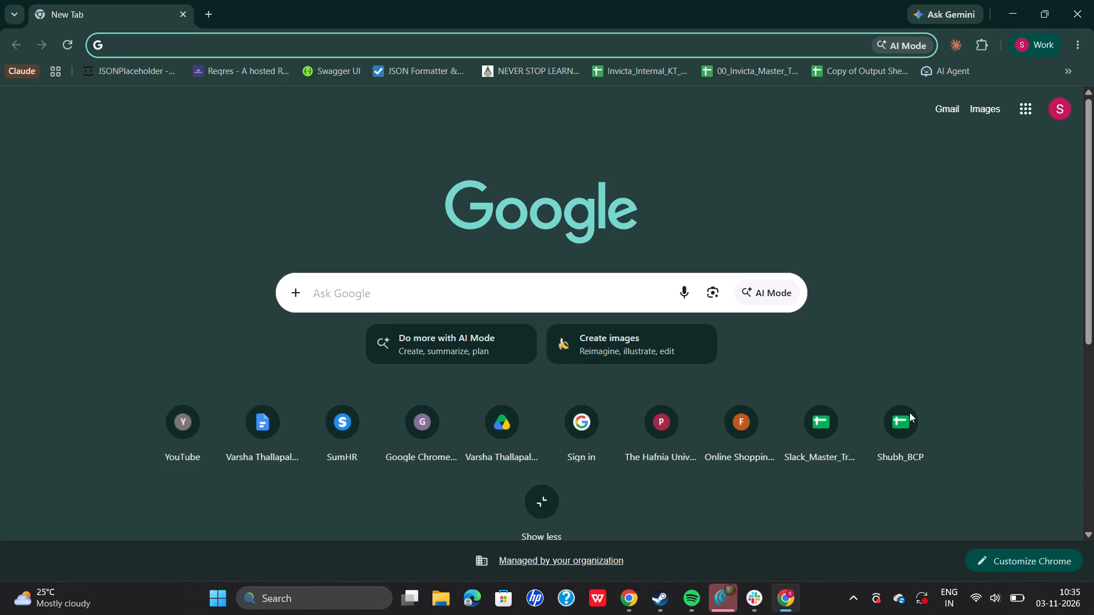
{"action": "left_click", "coordinate": [814, 416]}
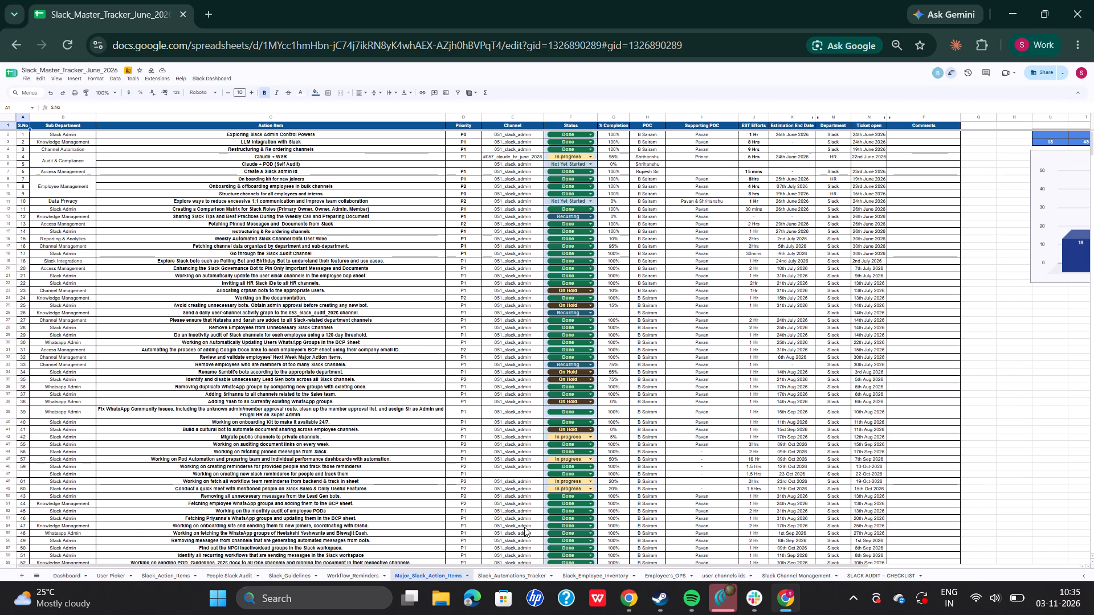
Examine the latest action items at the end of the Major_Slack_Action_Items sheet across all their columns, from priority to comments.
{"action": "scroll", "coordinate": [524, 527], "scroll_direction": "down", "scroll_amount": 6}
{"action": "scroll", "coordinate": [524, 527], "scroll_direction": "up", "scroll_amount": 1}
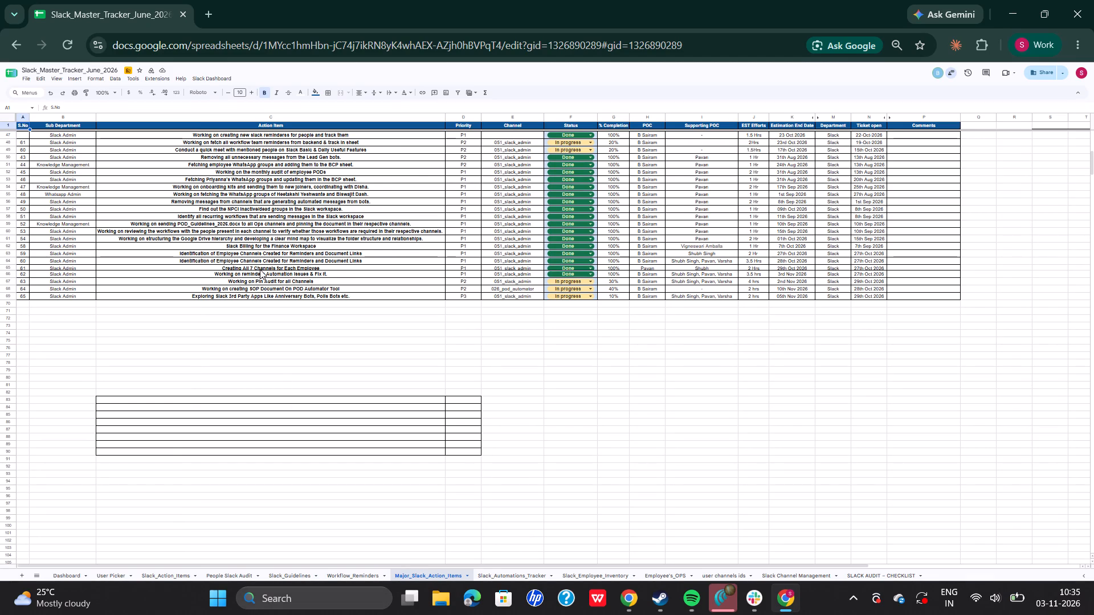
{"action": "scroll", "coordinate": [260, 269], "scroll_direction": "down", "scroll_amount": 2}
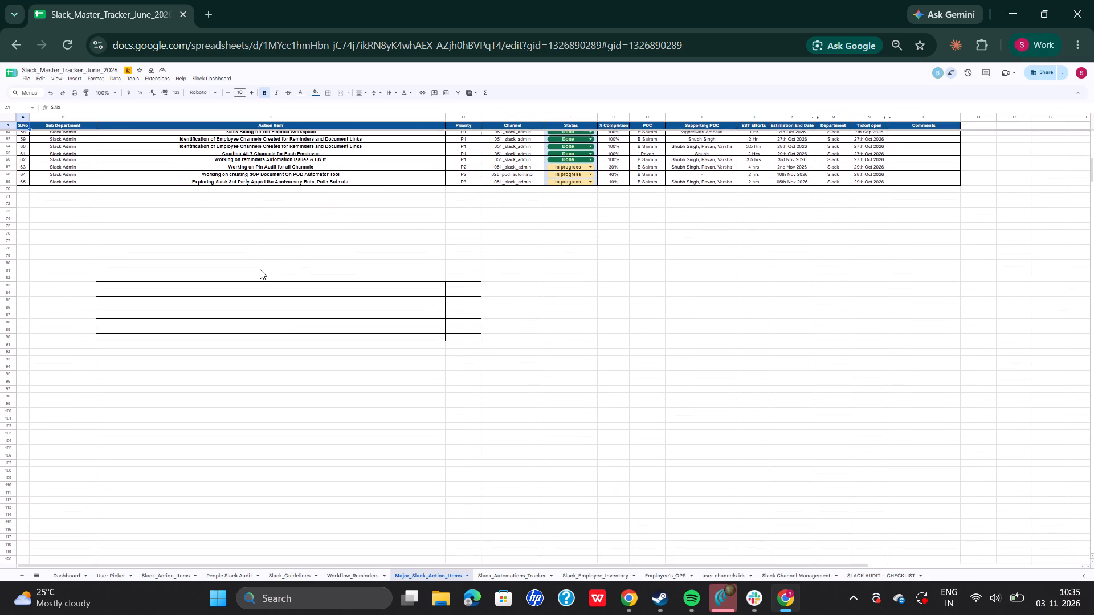
{"action": "scroll", "coordinate": [260, 269], "scroll_direction": "down", "scroll_amount": 2}
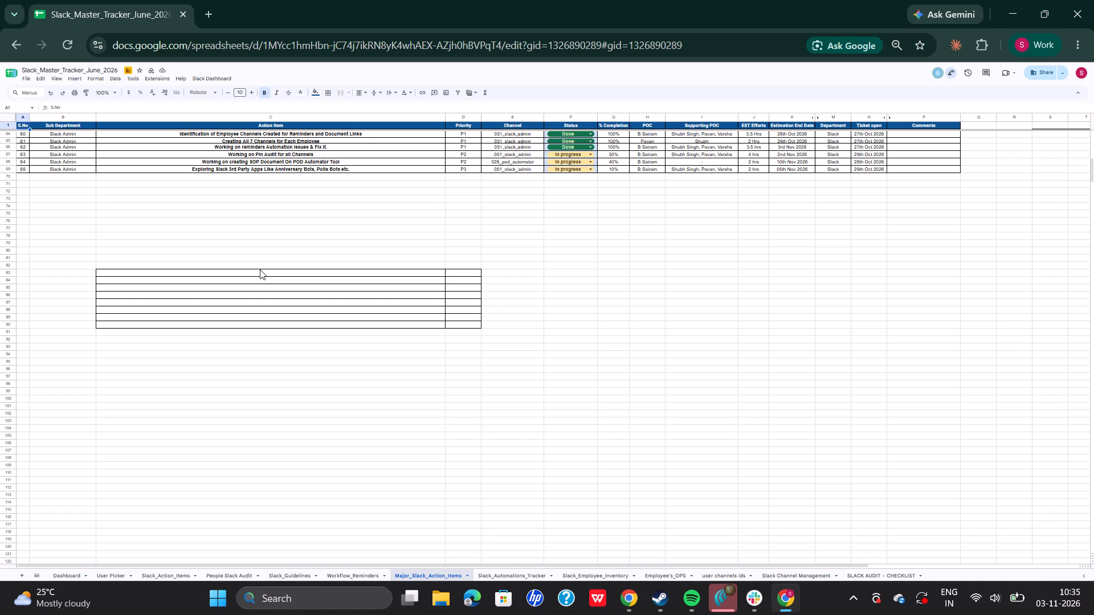
{"action": "key", "text": "ctrl+plus"}
{"action": "key", "text": "ctrl+plus"}
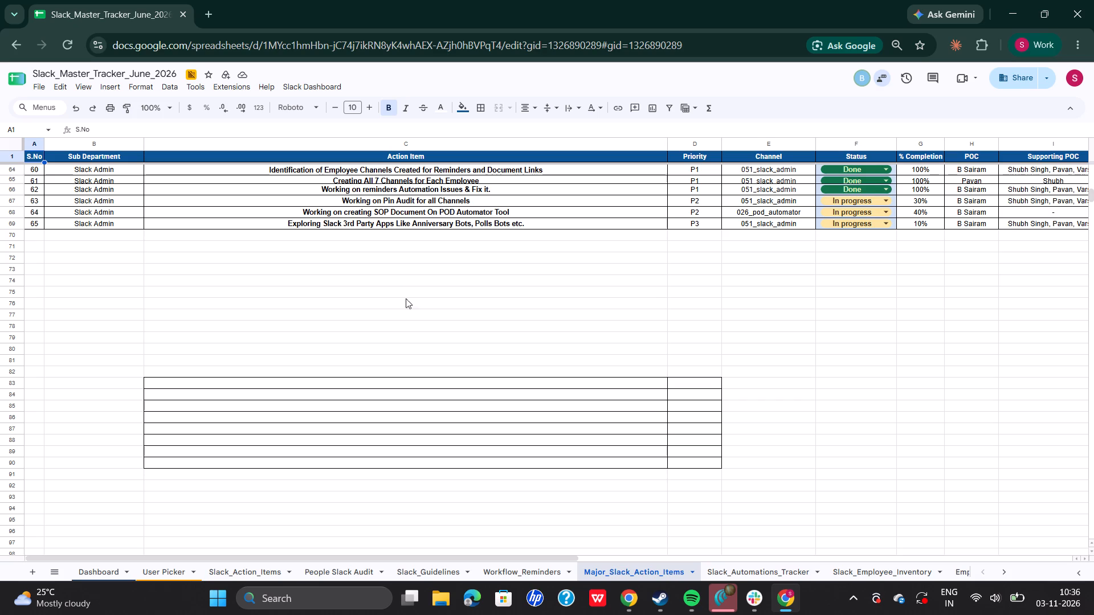
{"action": "scroll", "coordinate": [374, 303], "scroll_direction": "left", "scroll_amount": 4}
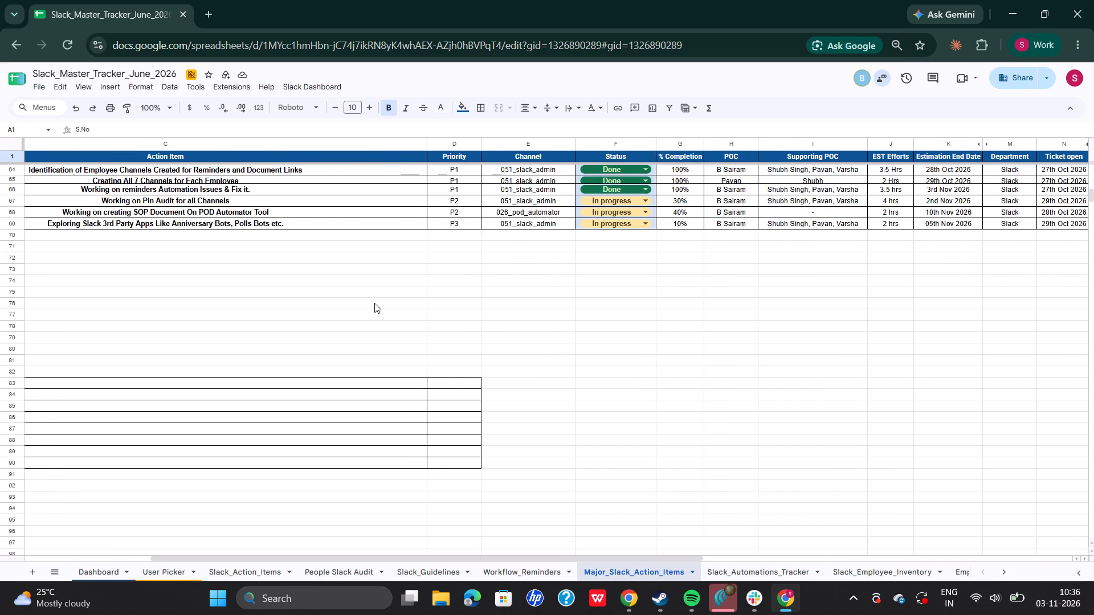
{"action": "scroll", "coordinate": [374, 303], "scroll_direction": "left", "scroll_amount": 2}
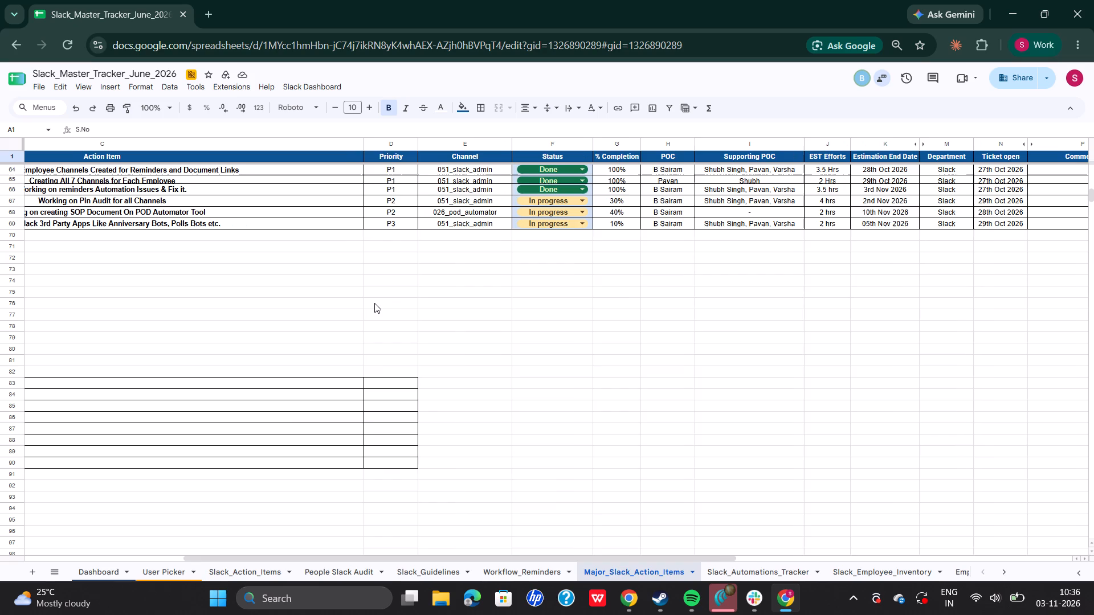
{"action": "scroll", "coordinate": [374, 303], "scroll_direction": "left", "scroll_amount": 4}
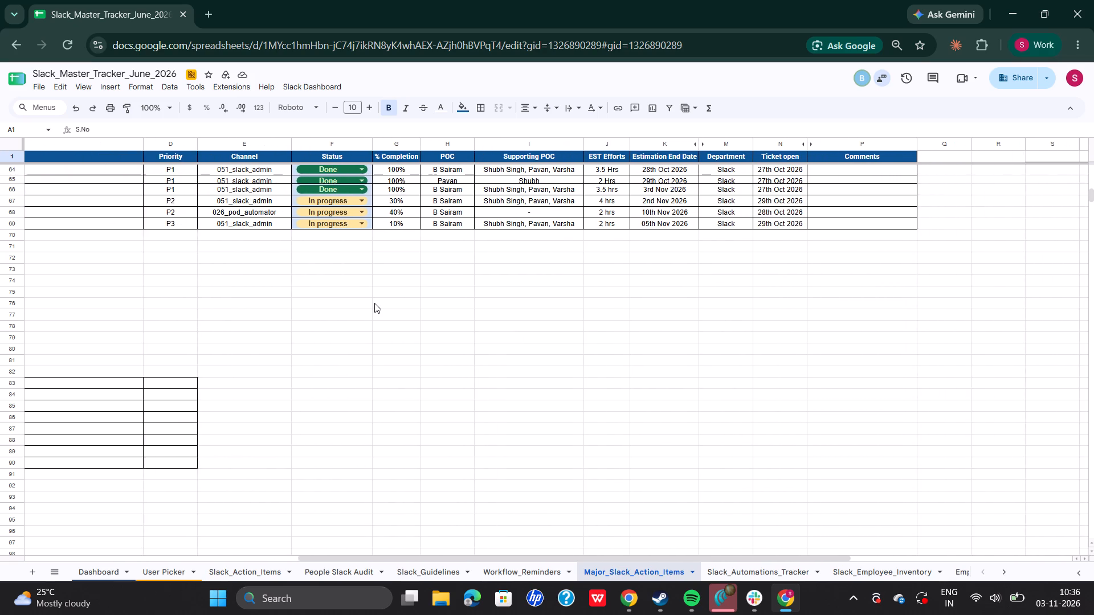
{"action": "scroll", "coordinate": [374, 303], "scroll_direction": "left", "scroll_amount": 1}
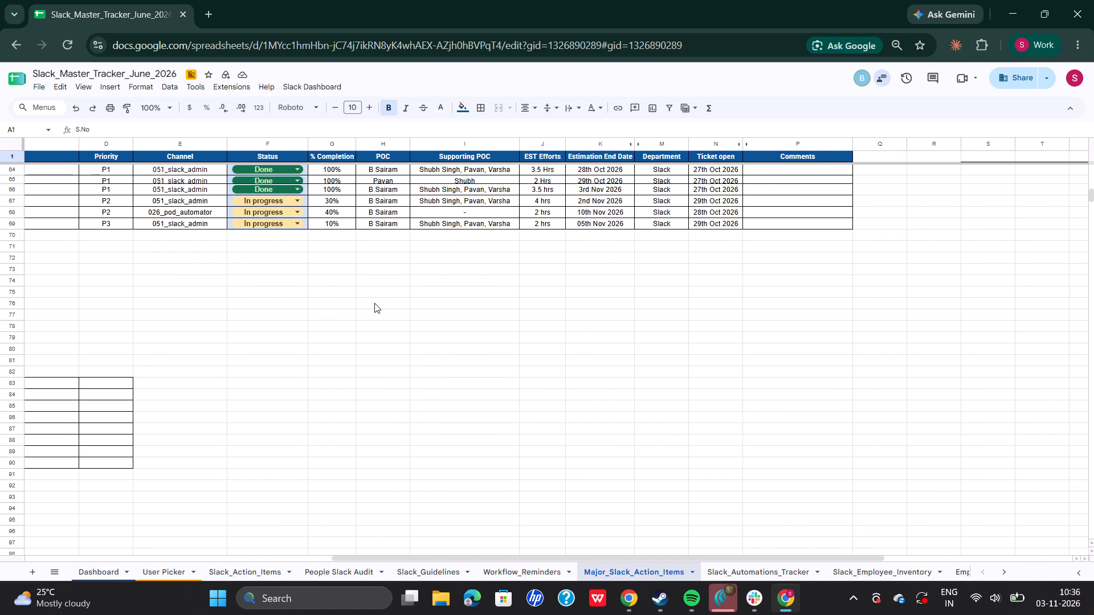
{"action": "scroll", "coordinate": [374, 303], "scroll_direction": "left", "scroll_amount": 1}
{"action": "scroll", "coordinate": [374, 303], "scroll_direction": "right", "scroll_amount": 11}
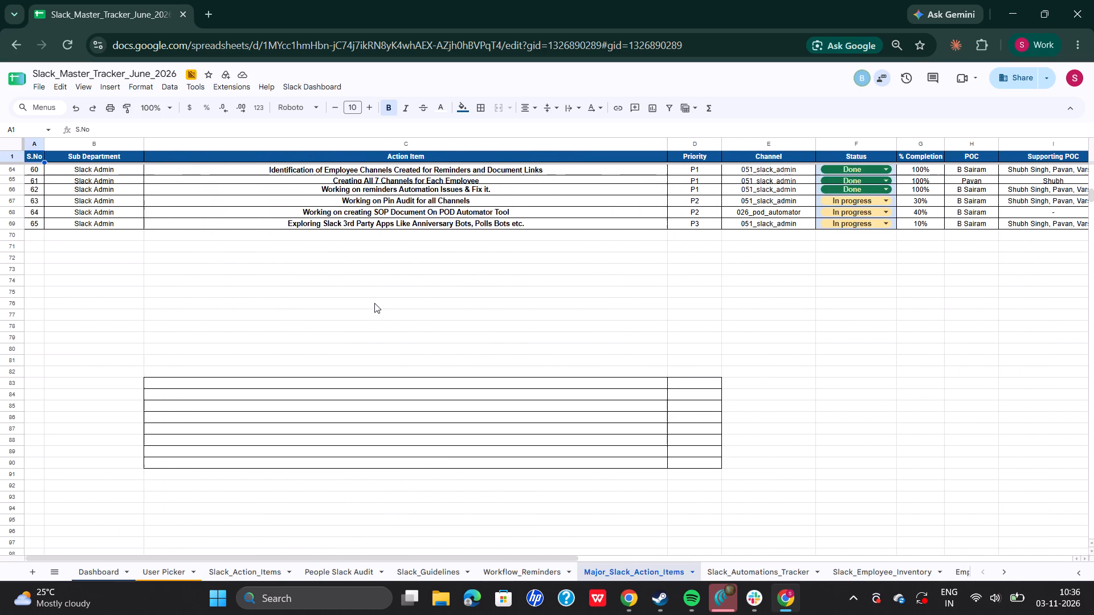
Capture a screen snip of the header row and action items 61 to 65, from the S.No column through Comments.
{"action": "key", "text": "ctrl+minus"}
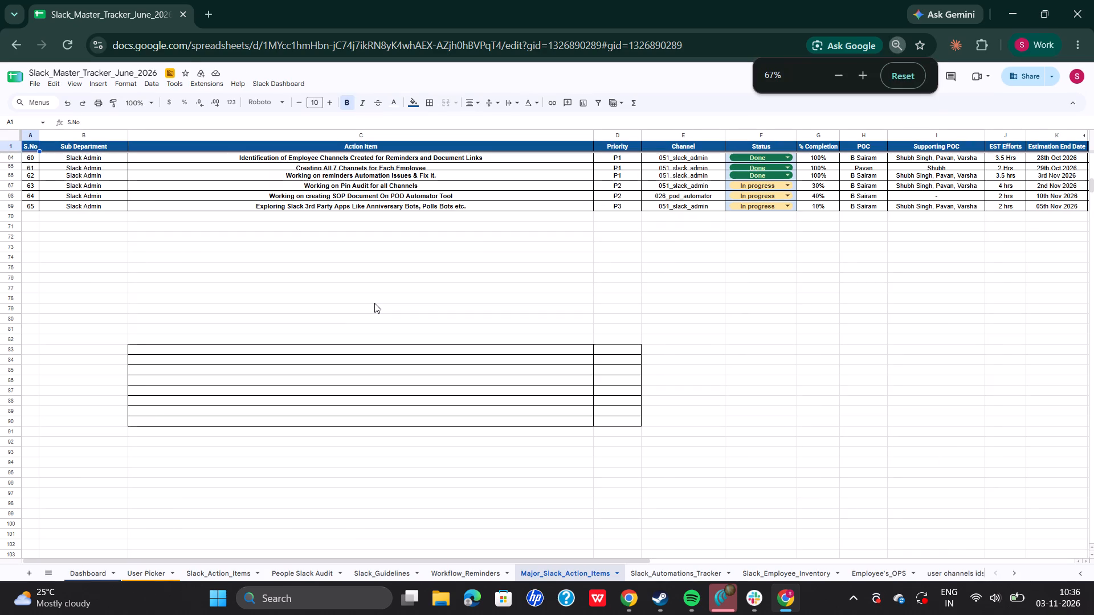
{"action": "key", "text": "ctrl+minus"}
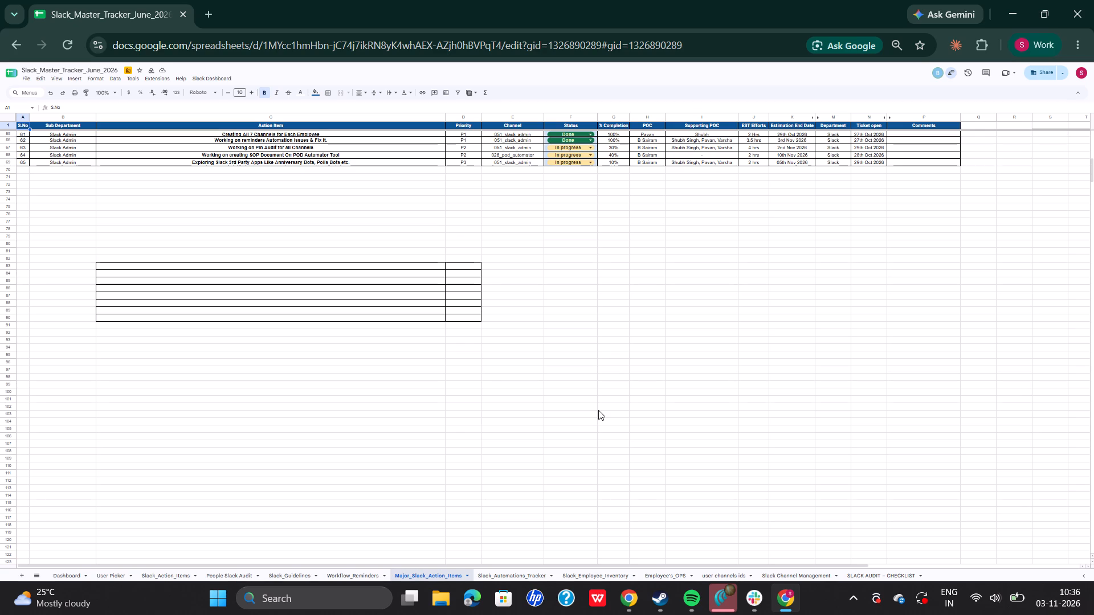
{"action": "key", "text": "Print"}
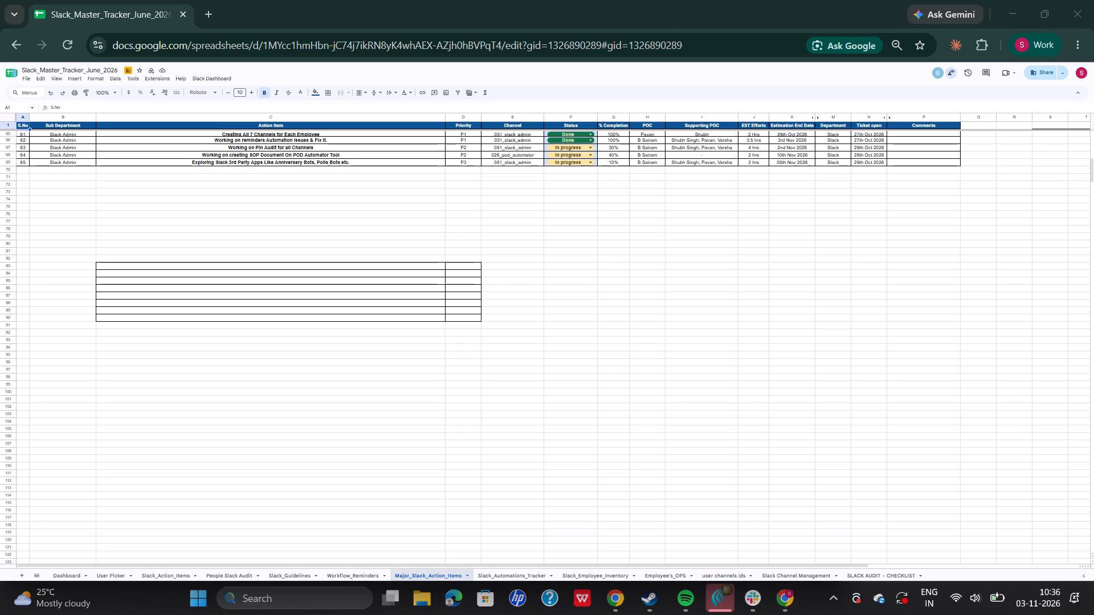
{"action": "left_click_drag", "start_coordinate": [17, 121], "coordinate": [149, 158]}
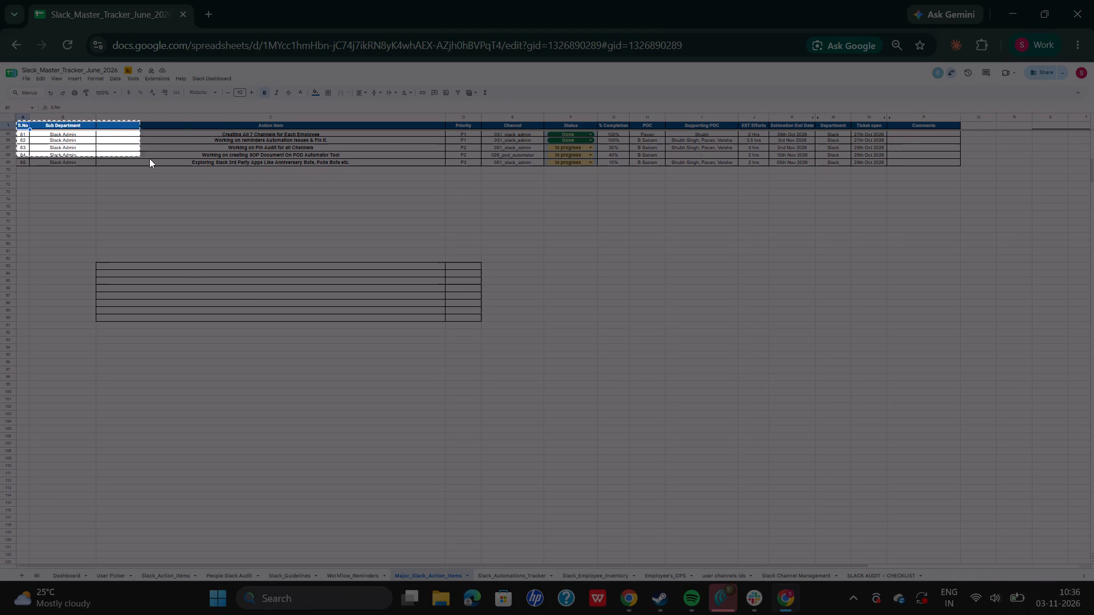
{"action": "left_click_drag", "start_coordinate": [149, 158], "coordinate": [499, 175]}
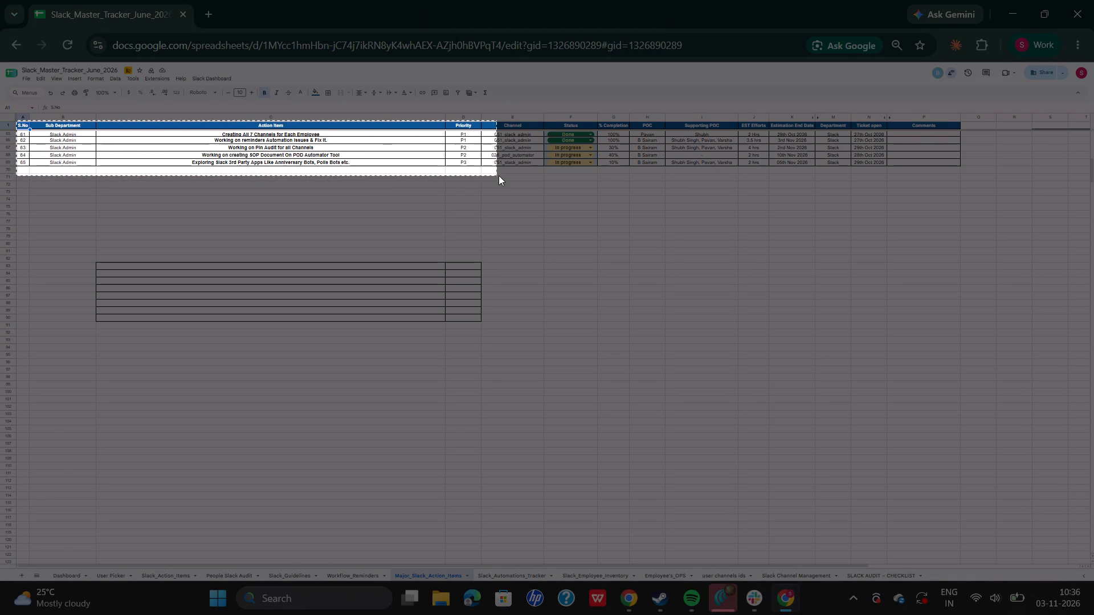
{"action": "left_click_drag", "start_coordinate": [499, 175], "coordinate": [692, 180]}
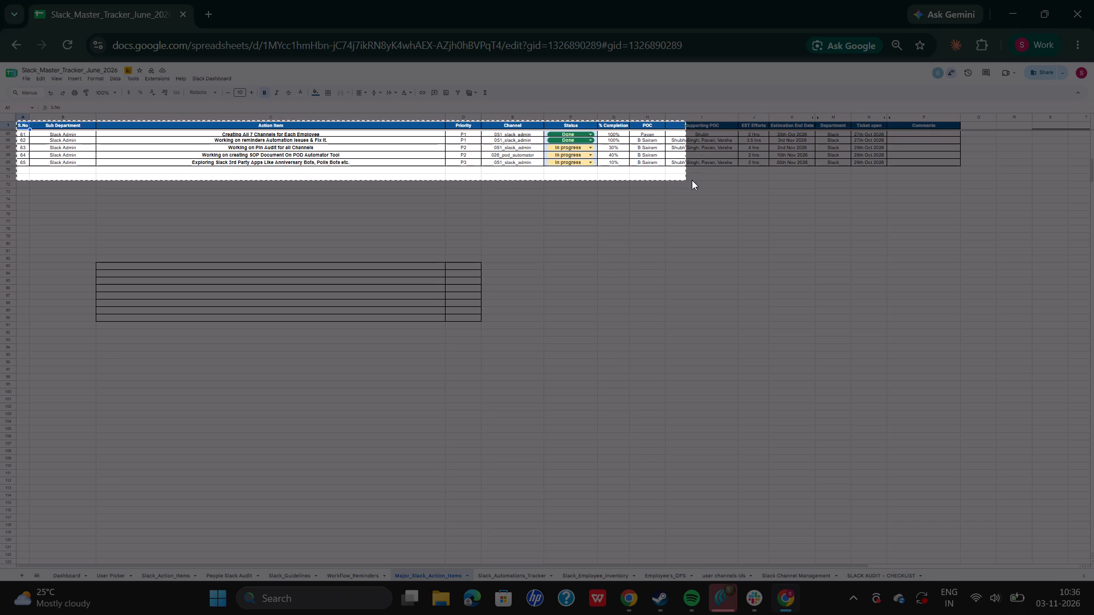
{"action": "left_click_drag", "start_coordinate": [692, 180], "coordinate": [885, 174]}
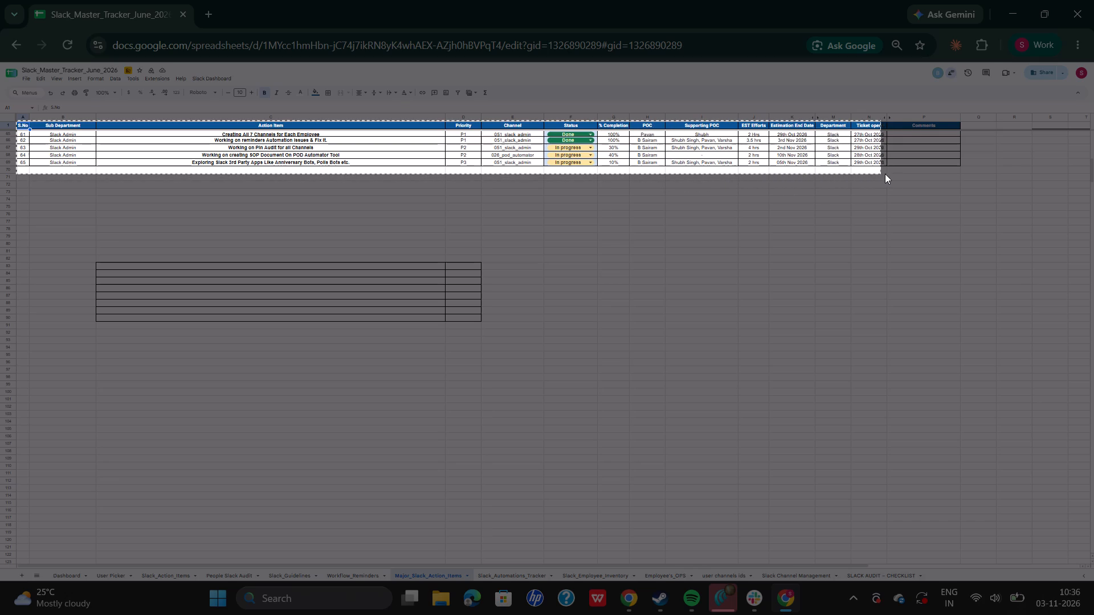
{"action": "left_click_drag", "start_coordinate": [885, 174], "coordinate": [962, 167]}
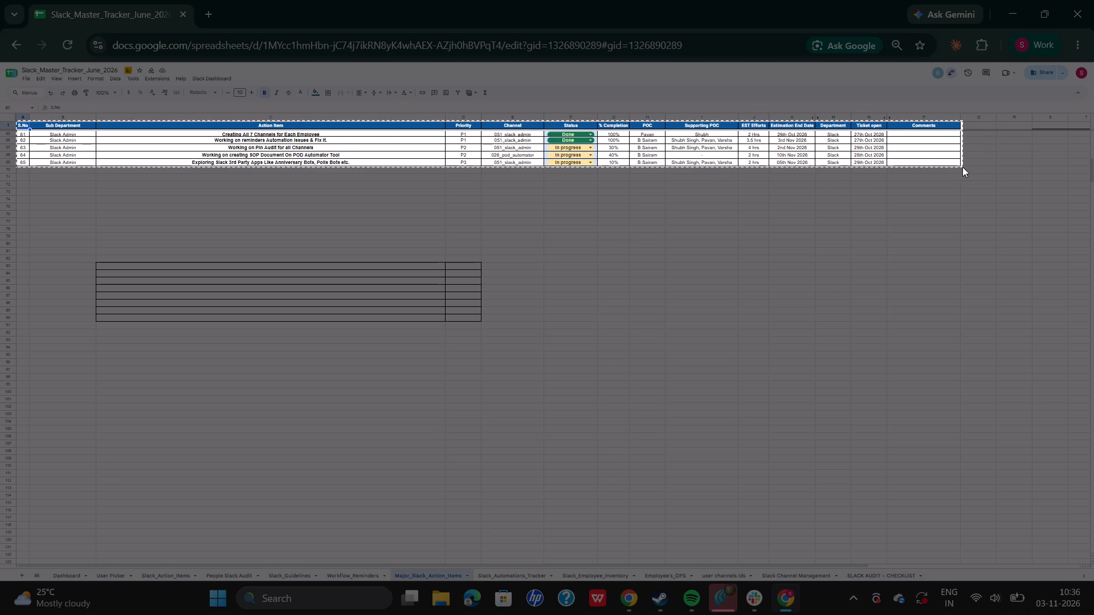
{"action": "left_click_drag", "start_coordinate": [962, 167], "coordinate": [966, 171]}
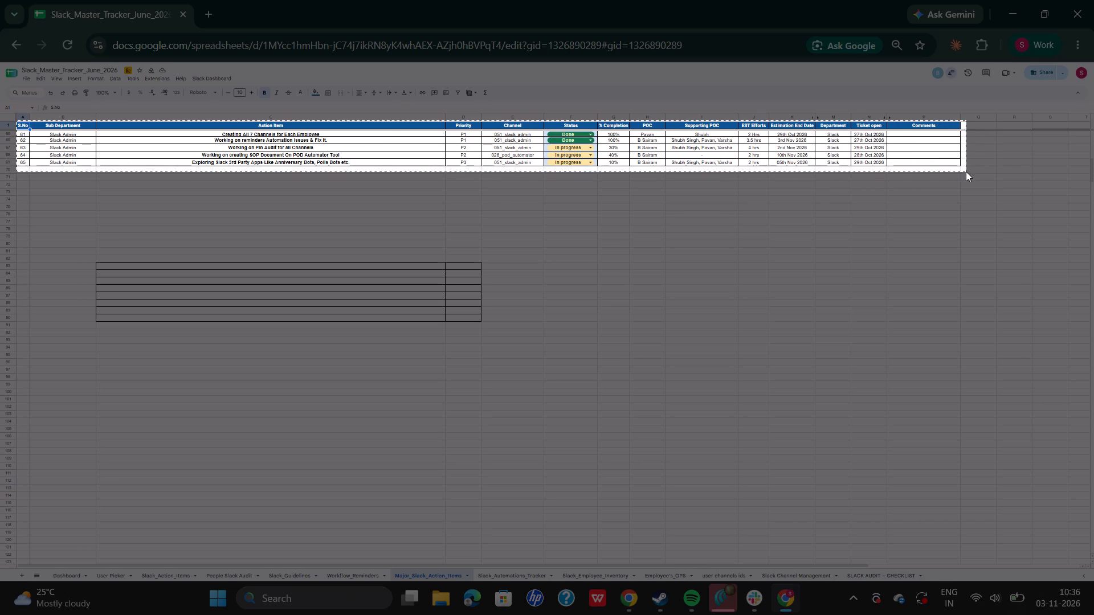
{"action": "left_click_drag", "start_coordinate": [966, 171], "coordinate": [961, 164]}
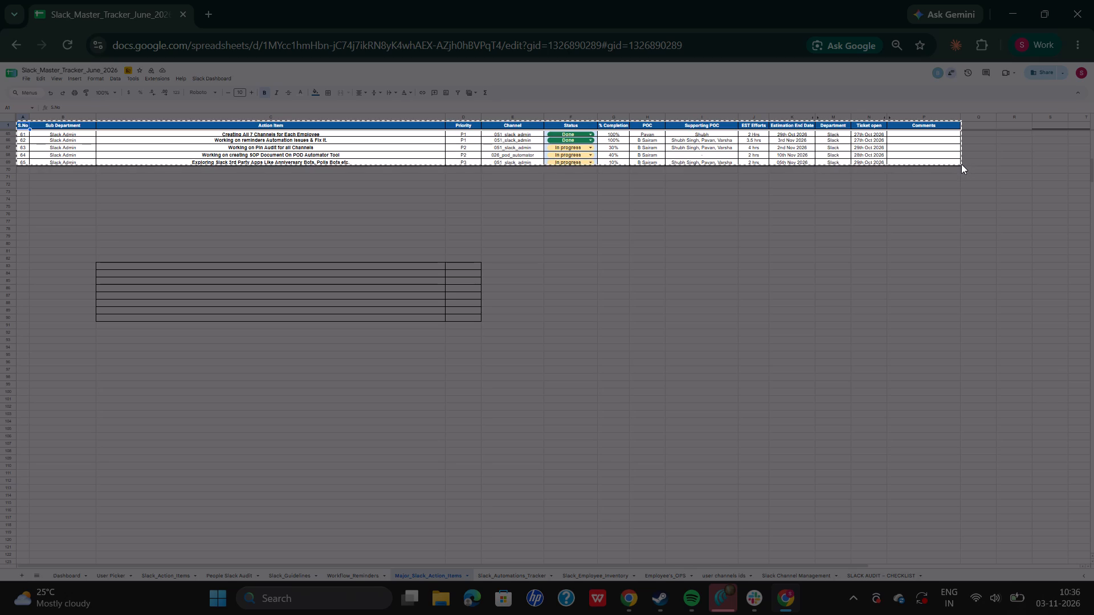
{"action": "left_click_drag", "start_coordinate": [961, 164], "coordinate": [961, 166]}
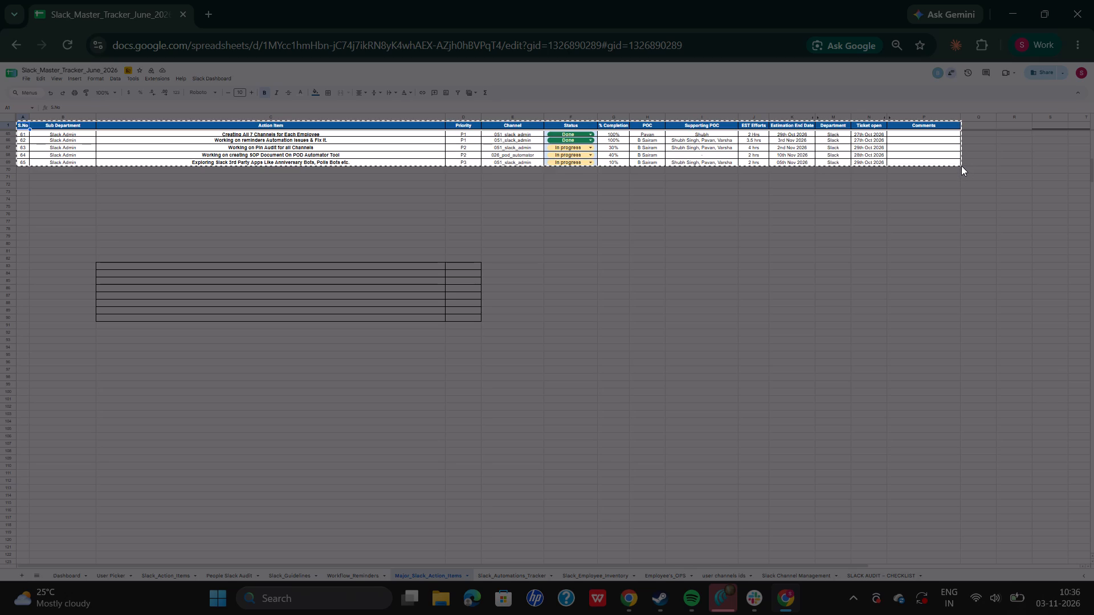